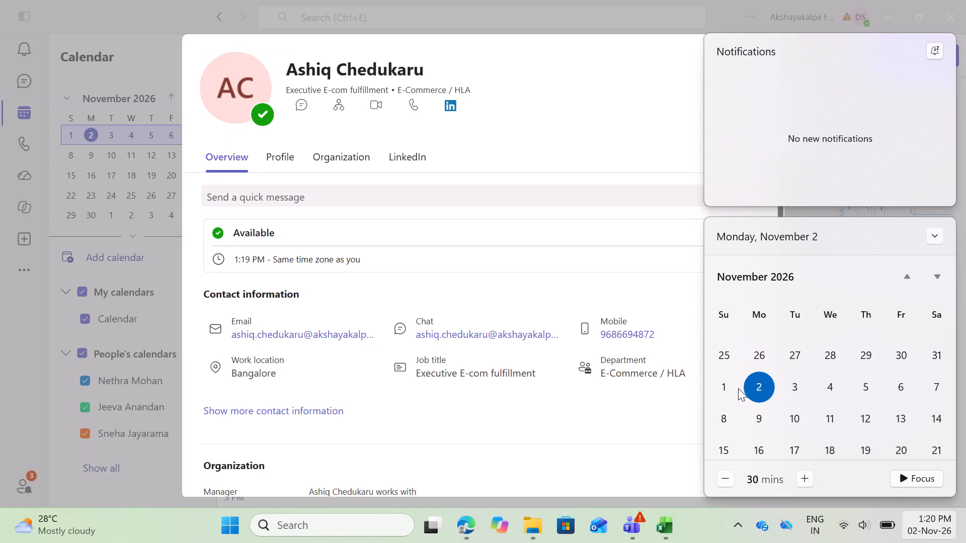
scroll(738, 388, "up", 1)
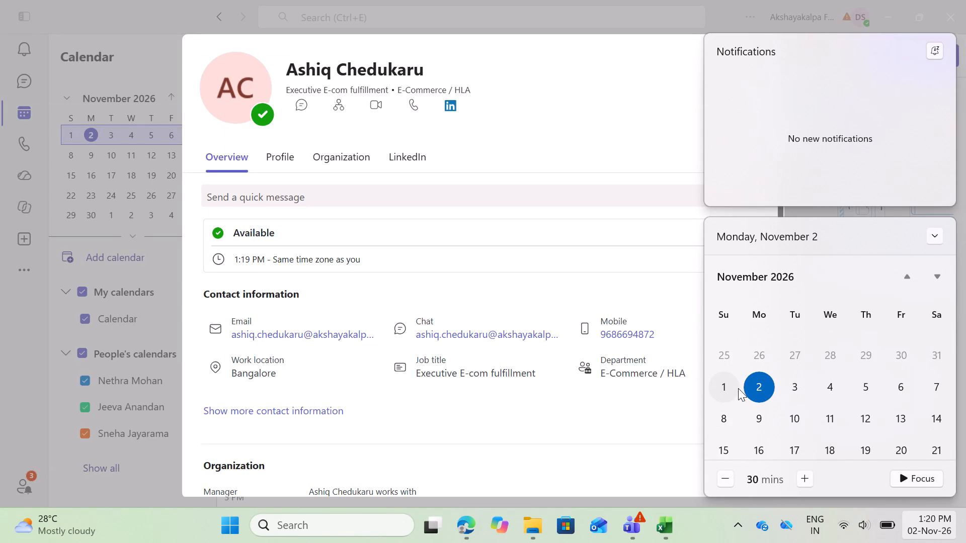
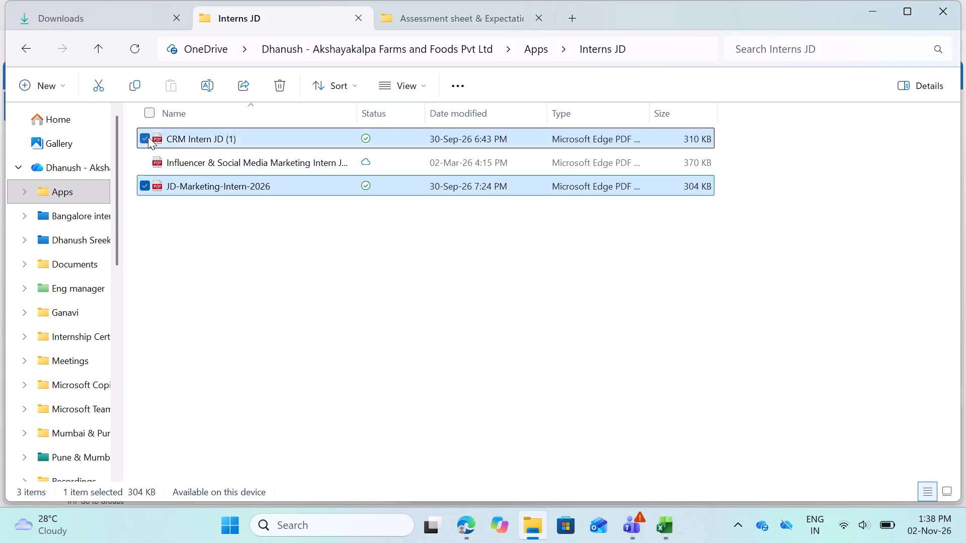
Carry the selected CRM Intern JD (1) and JD-Marketing-Intern-2026 PDFs together from the Interns JD folder over to the Edge browser.
left_click_drag(218, 187, 446, 505, "ctrl")
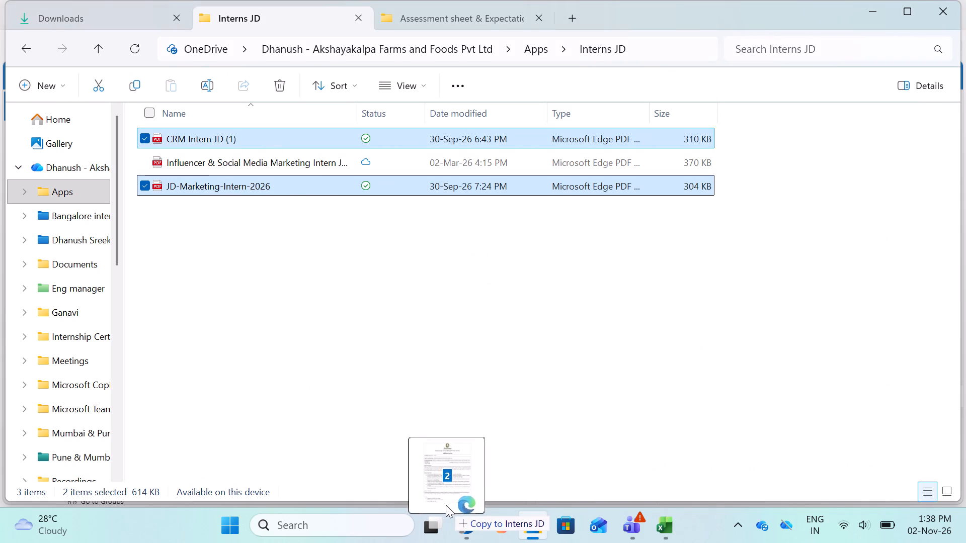
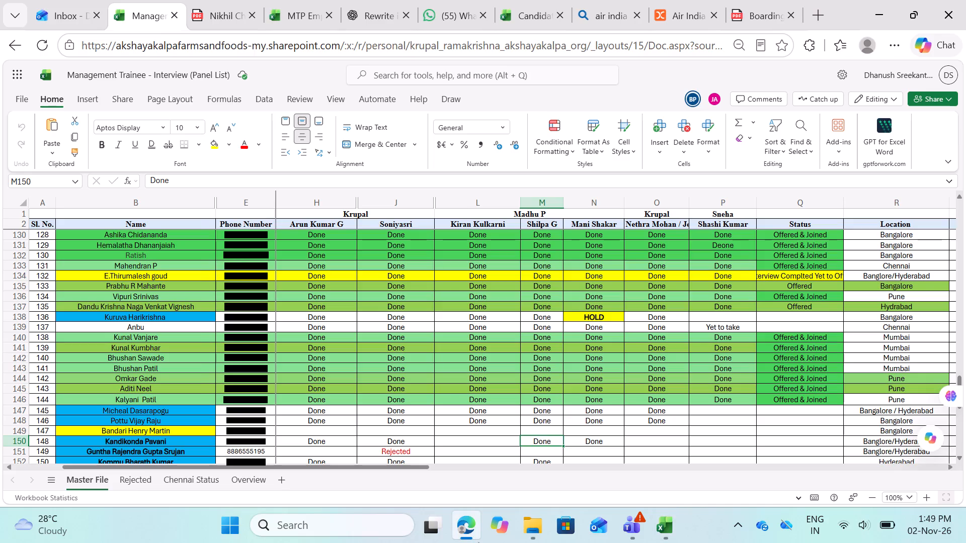
Examine the end of the Master File candidate list and the other sheets of the Management Trainee interview workbook.
scroll(637, 359, "down", 4)
scroll(637, 359, "up", 1)
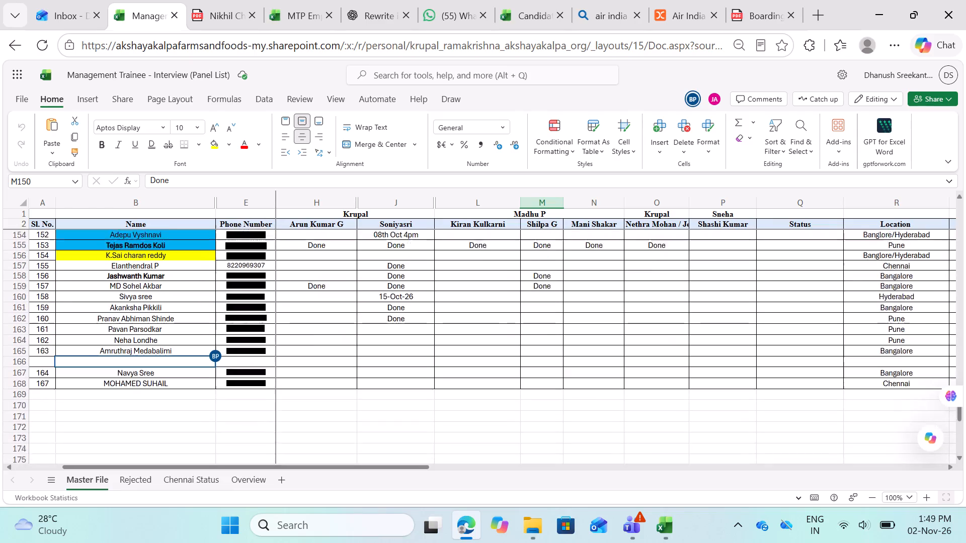
left_click(230, 475)
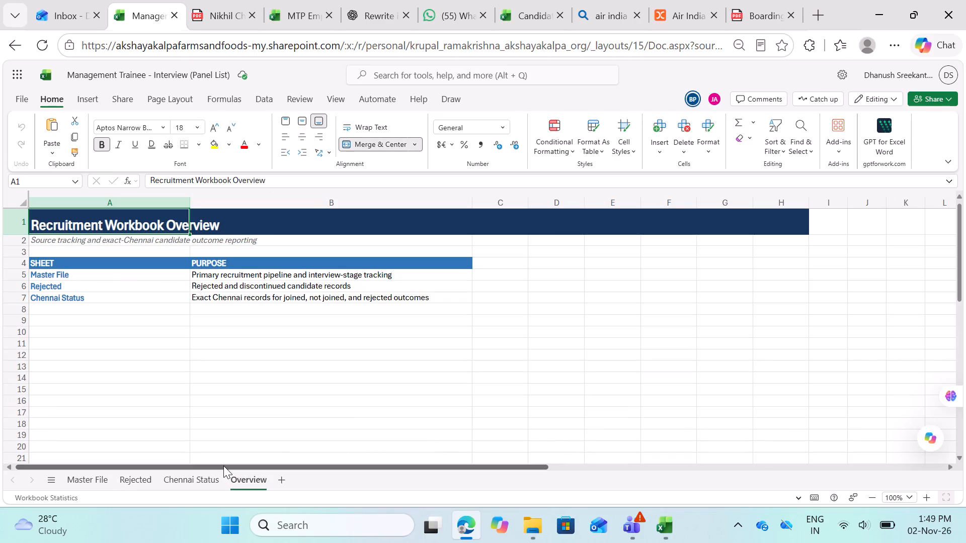
left_click(210, 481)
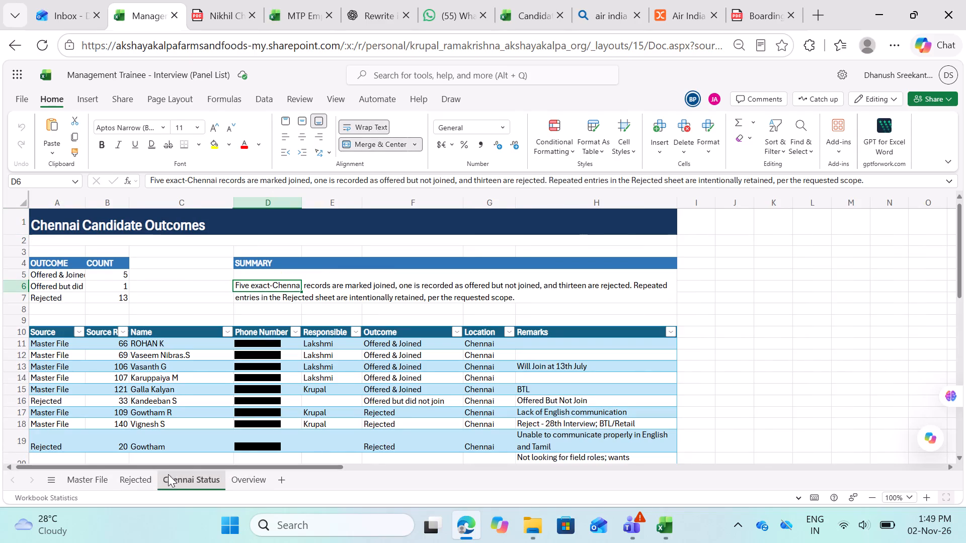
left_click(129, 478)
left_click(73, 482)
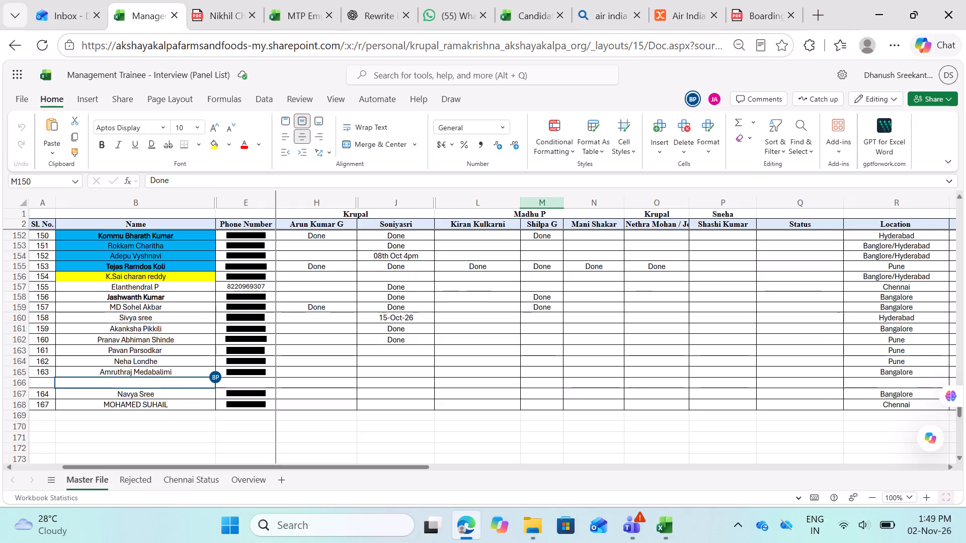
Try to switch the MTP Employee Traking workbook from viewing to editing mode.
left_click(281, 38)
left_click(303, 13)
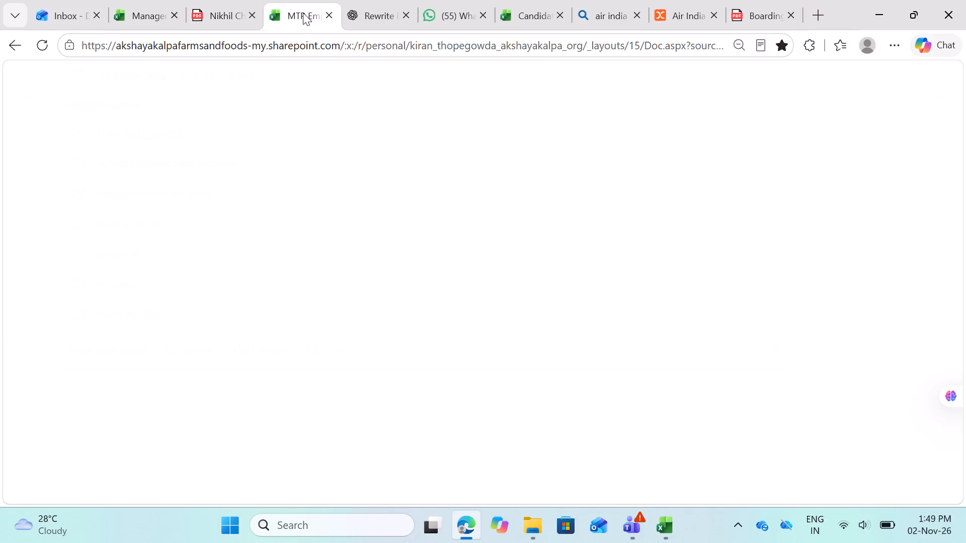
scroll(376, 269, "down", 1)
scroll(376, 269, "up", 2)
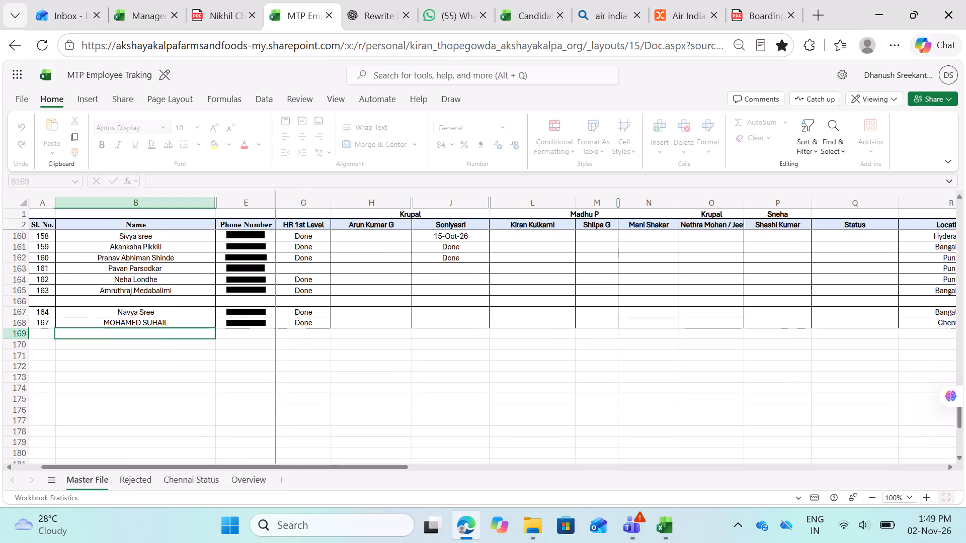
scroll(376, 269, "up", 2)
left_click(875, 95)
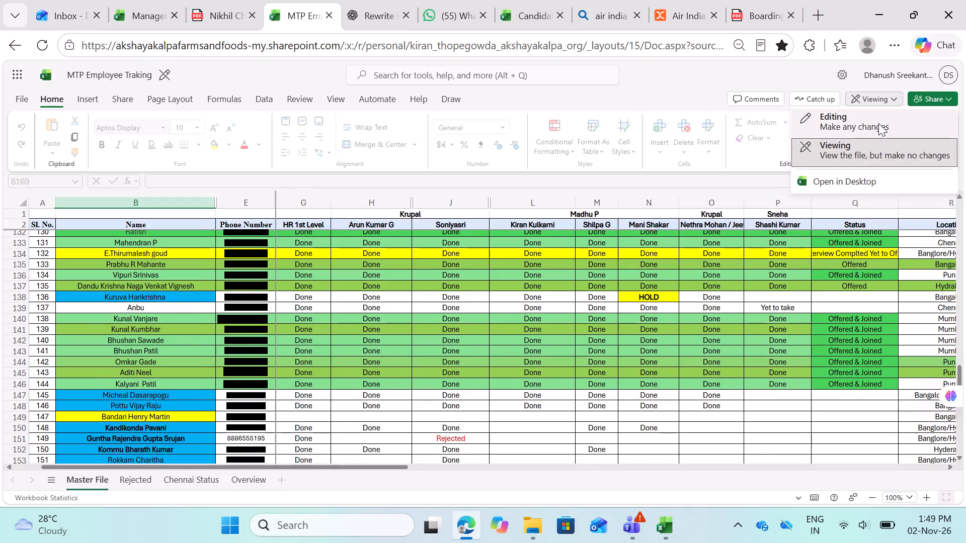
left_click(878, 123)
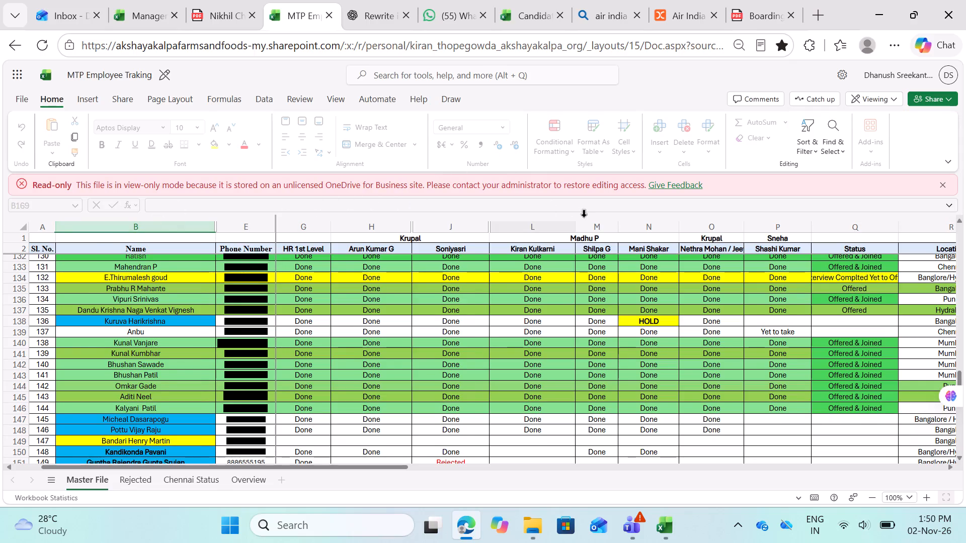
Look over the candidate rows in the MTP Employee Traking workbook's Master File, and close that workbook.
scroll(584, 217, "down", 4)
scroll(583, 217, "up", 3)
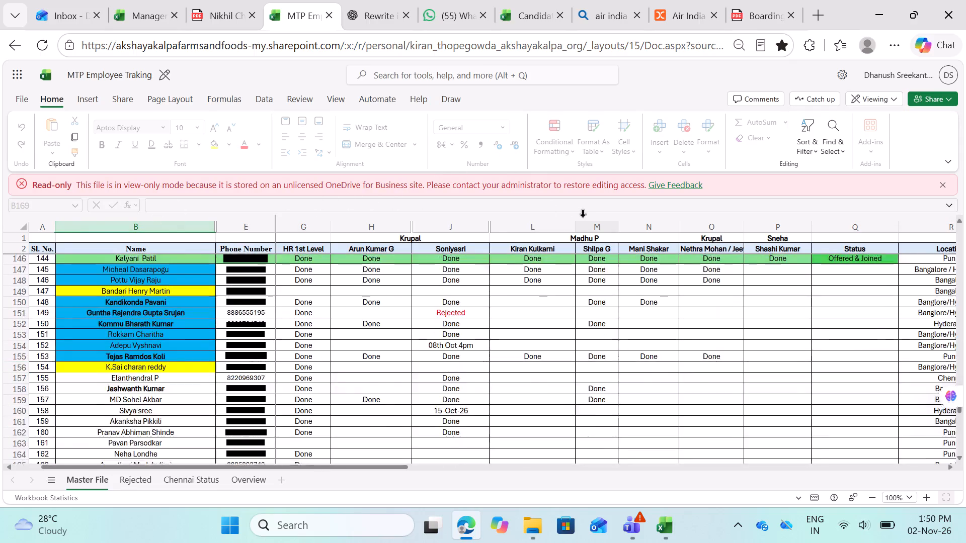
scroll(583, 217, "up", 3)
left_click(318, 15)
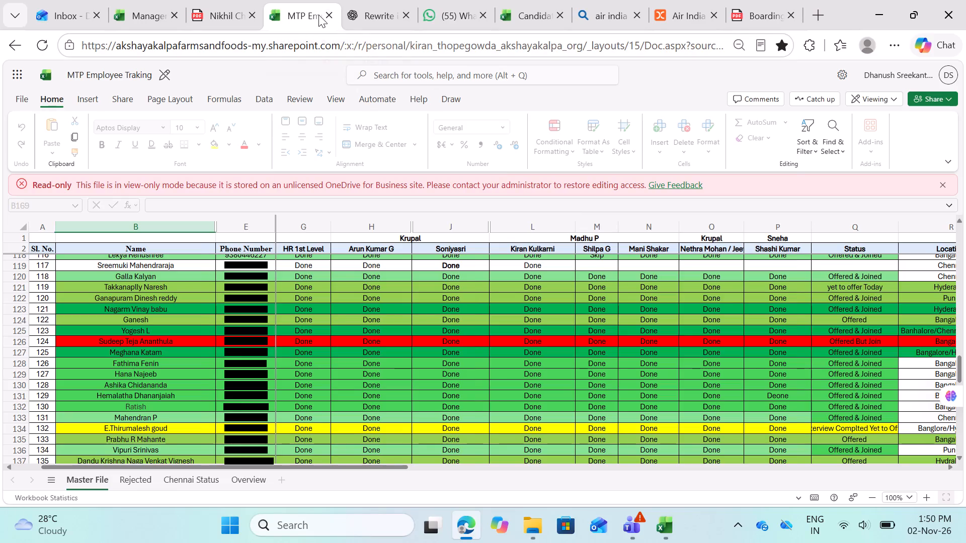
left_click(329, 16)
Save the Management Trainee - Interview (Panel List) workbook as a favorite in the Favorites bar folder.
left_click(147, 4)
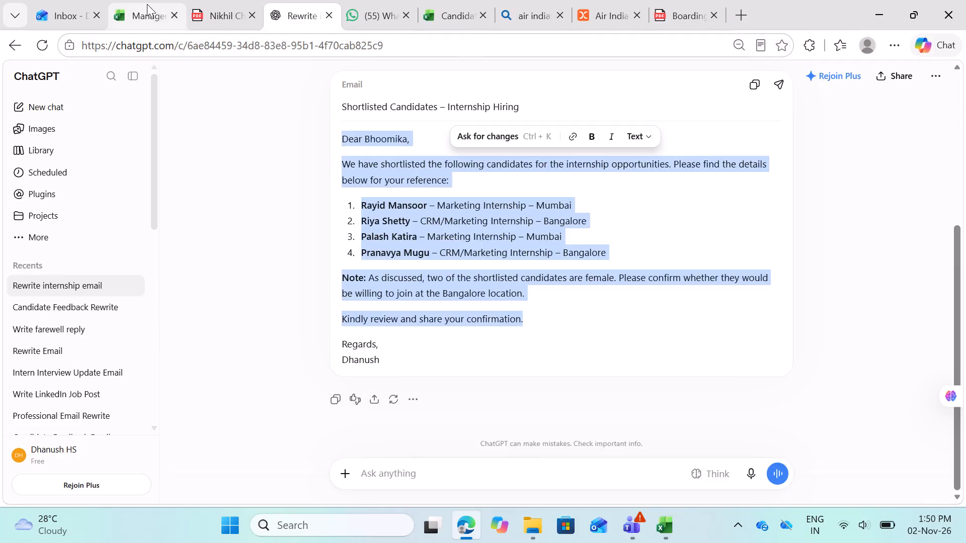
left_click(759, 69)
left_click(783, 51)
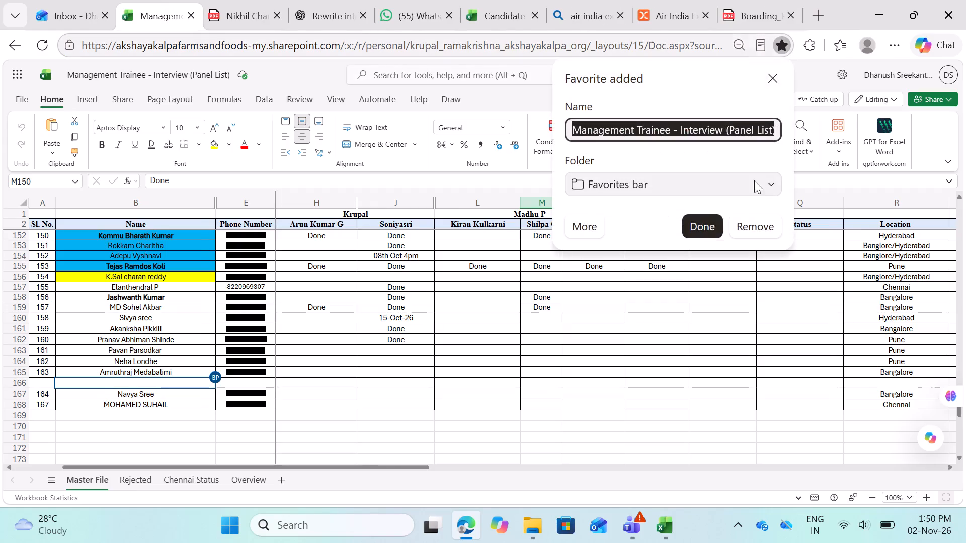
left_click(710, 225)
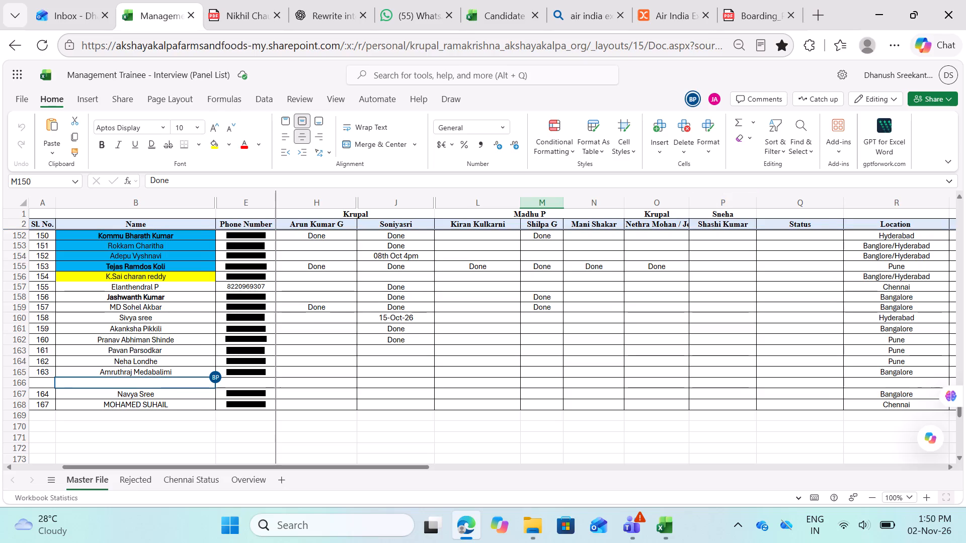
Examine the last candidate entries and the first empty row below them in the interview workbook's Master File.
left_click(191, 427)
left_click(197, 417)
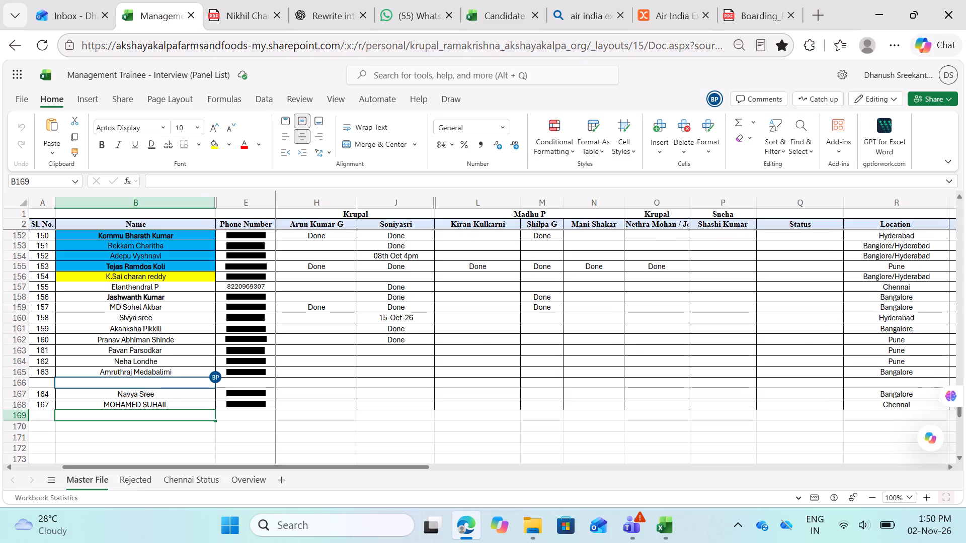
left_click(253, 419)
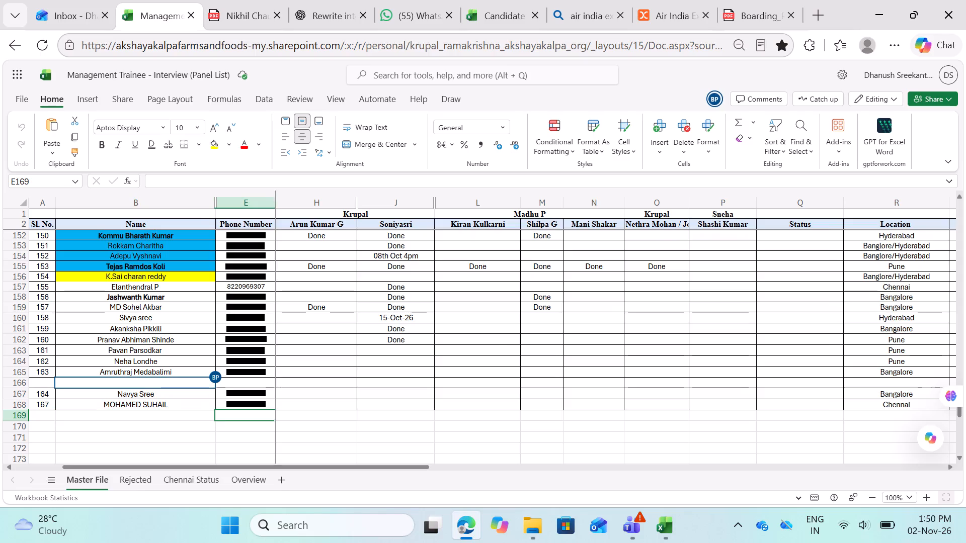
left_click(177, 421)
left_click(202, 416)
scroll(269, 405, "up", 2)
scroll(279, 400, "down", 1)
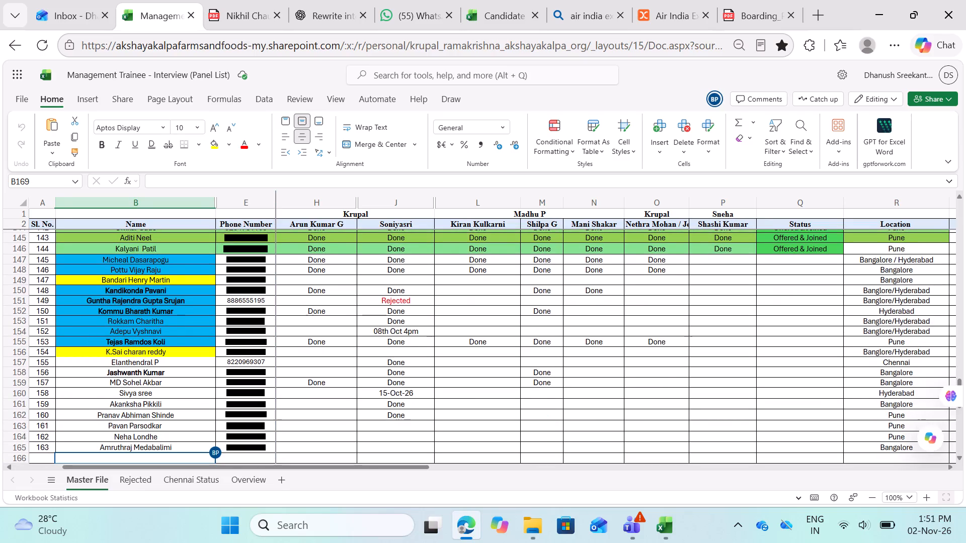
scroll(280, 398, "down", 1)
scroll(280, 398, "up", 1)
scroll(280, 398, "down", 1)
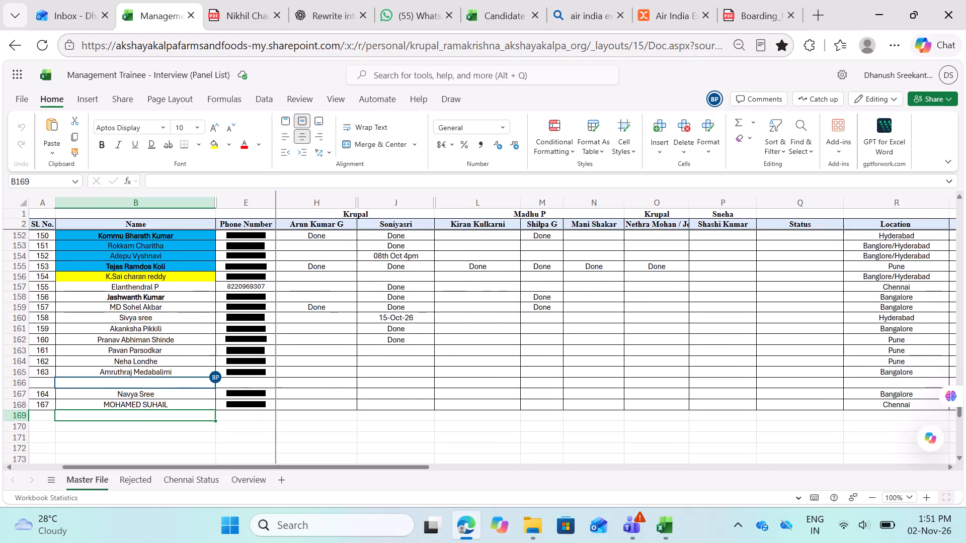
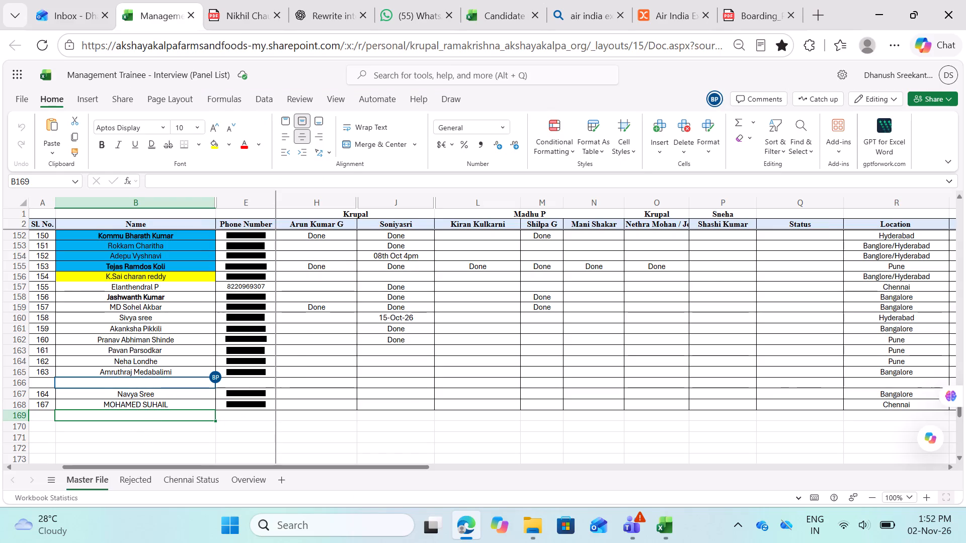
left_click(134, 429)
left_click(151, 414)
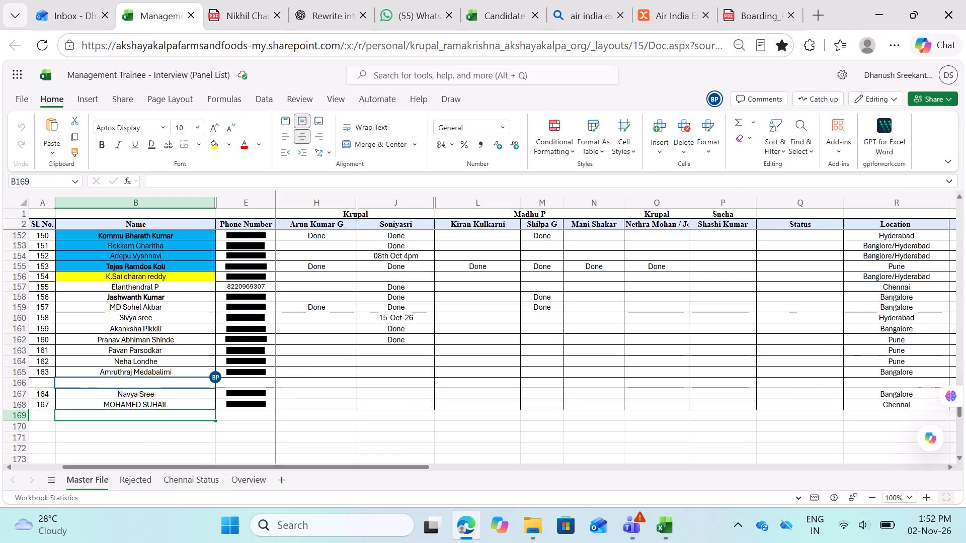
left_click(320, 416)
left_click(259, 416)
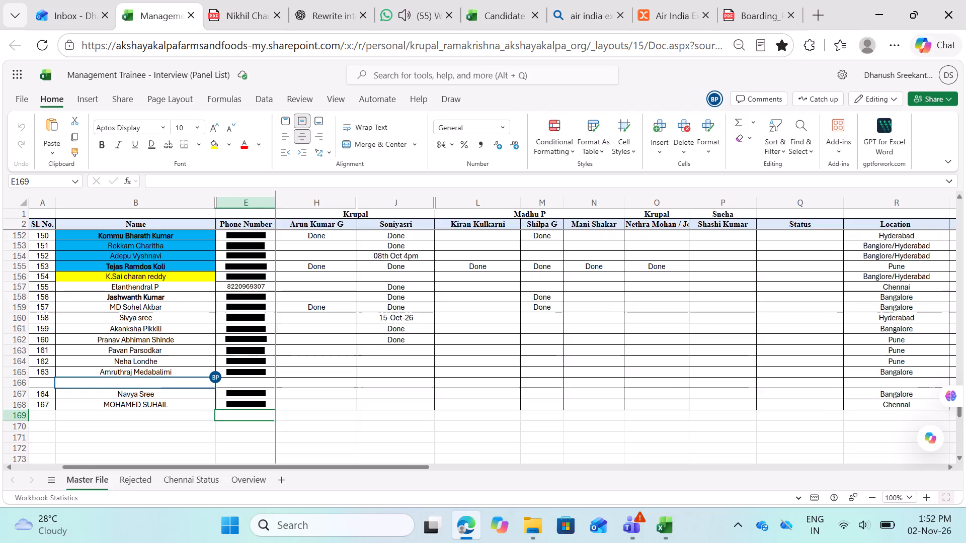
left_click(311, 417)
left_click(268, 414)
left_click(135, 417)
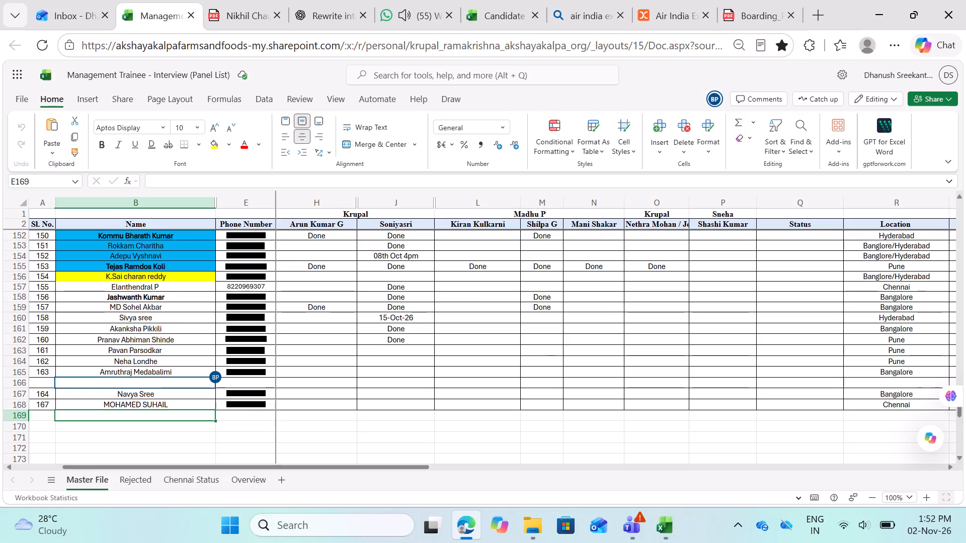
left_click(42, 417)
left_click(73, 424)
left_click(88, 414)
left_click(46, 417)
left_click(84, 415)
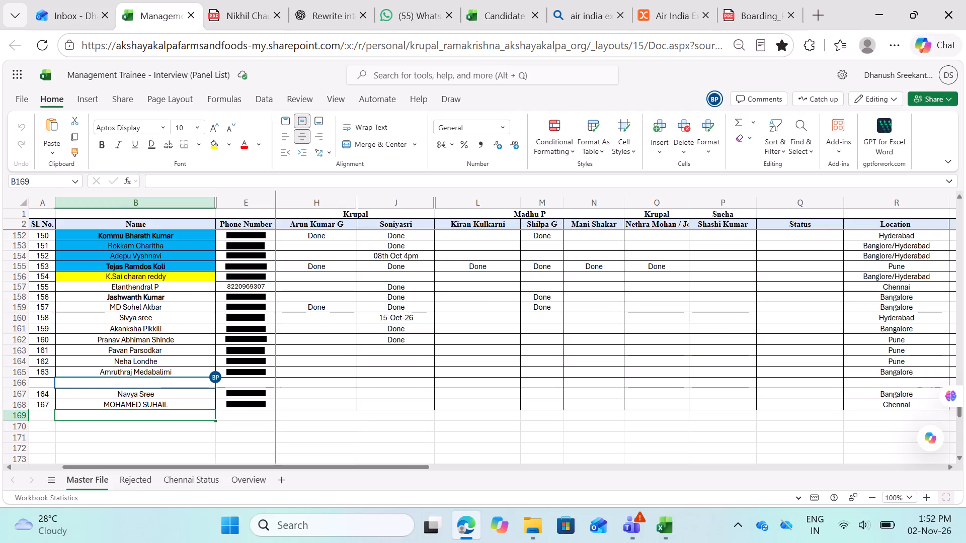
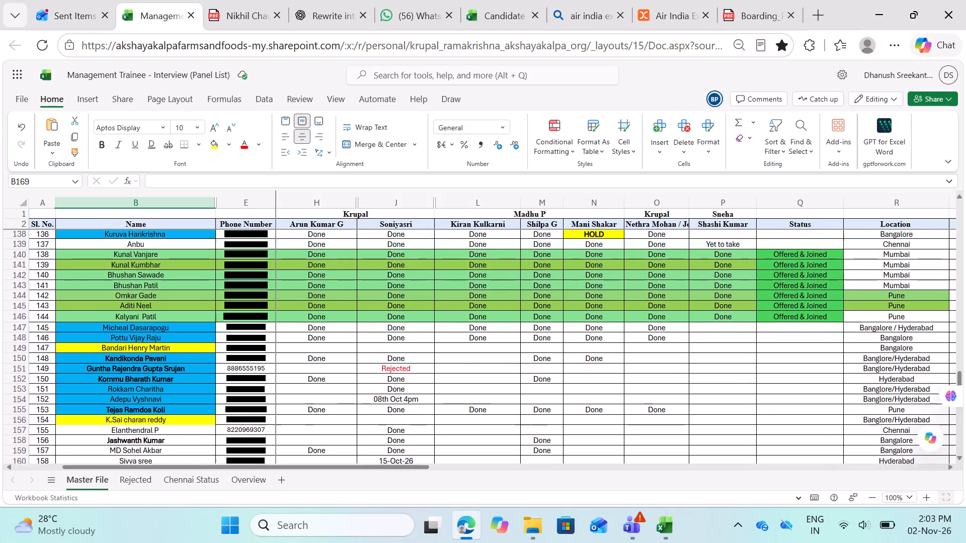
Review the responsible recruiter, interview round and status columns for the candidate rows down to the end of the Master File.
scroll(101, 305, "up", 1)
scroll(101, 305, "down", 3)
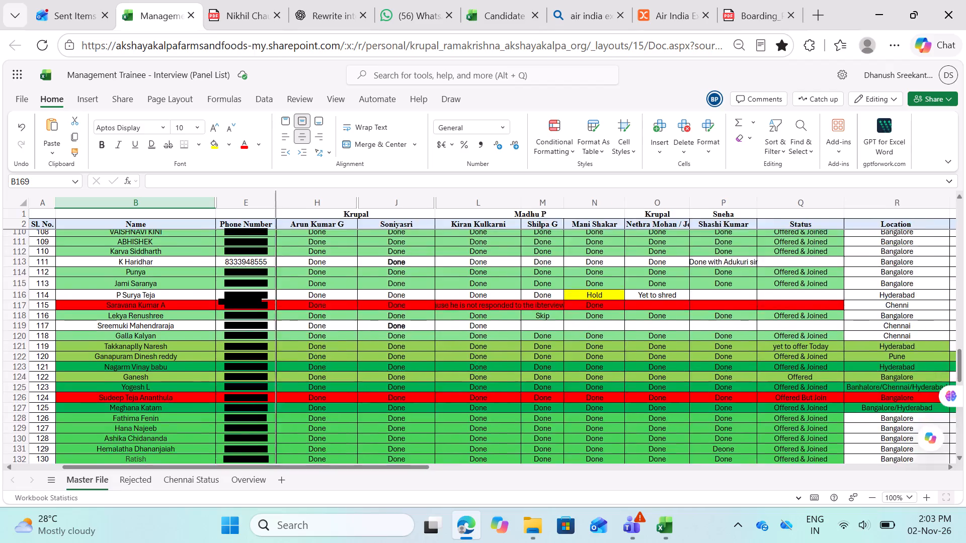
scroll(101, 305, "down", 1)
scroll(101, 305, "right", 2)
scroll(157, 350, "down", 1)
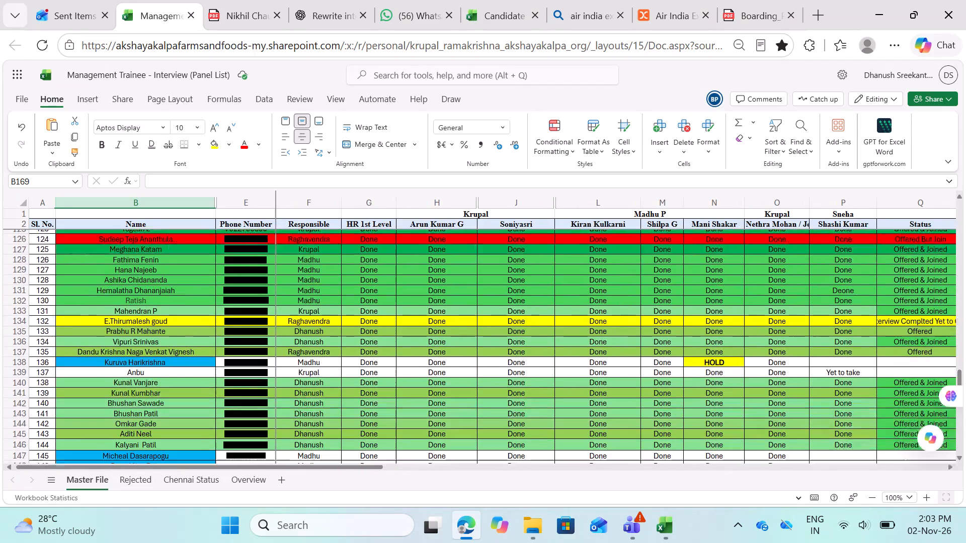
scroll(157, 350, "down", 3)
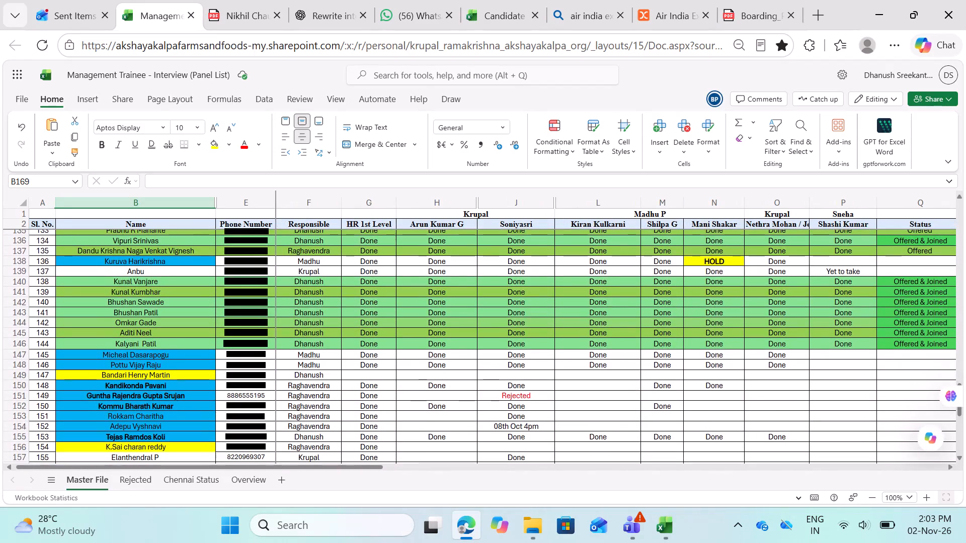
scroll(157, 350, "down", 2)
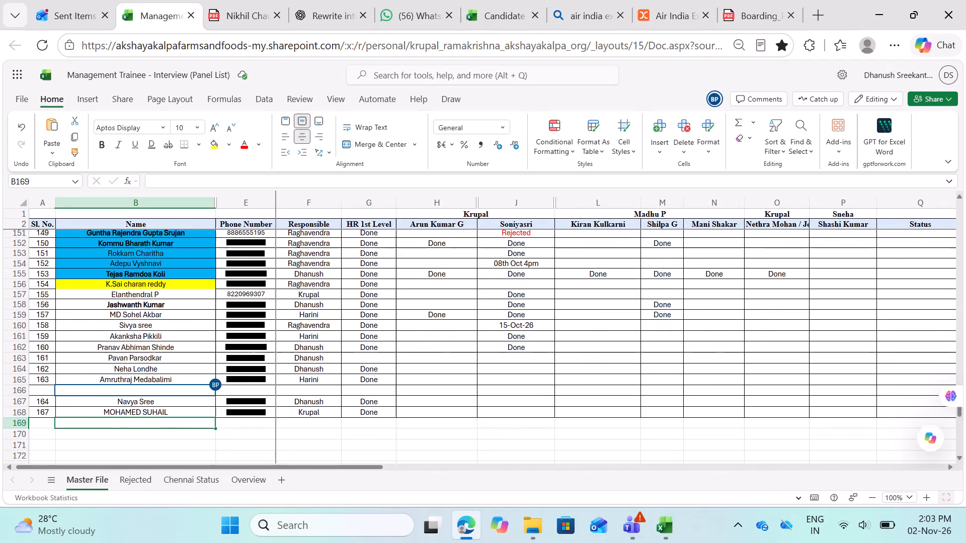
Examine the candidate record in row 159 of the Master File, across its interview rounds, status, location and remarks, keeping the row selected.
left_click(24, 315)
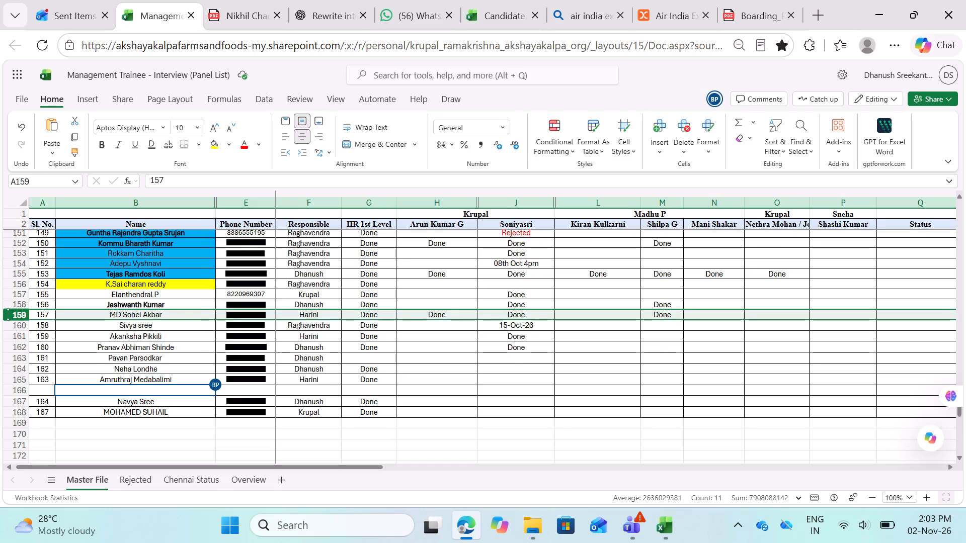
scroll(592, 337, "left", 2)
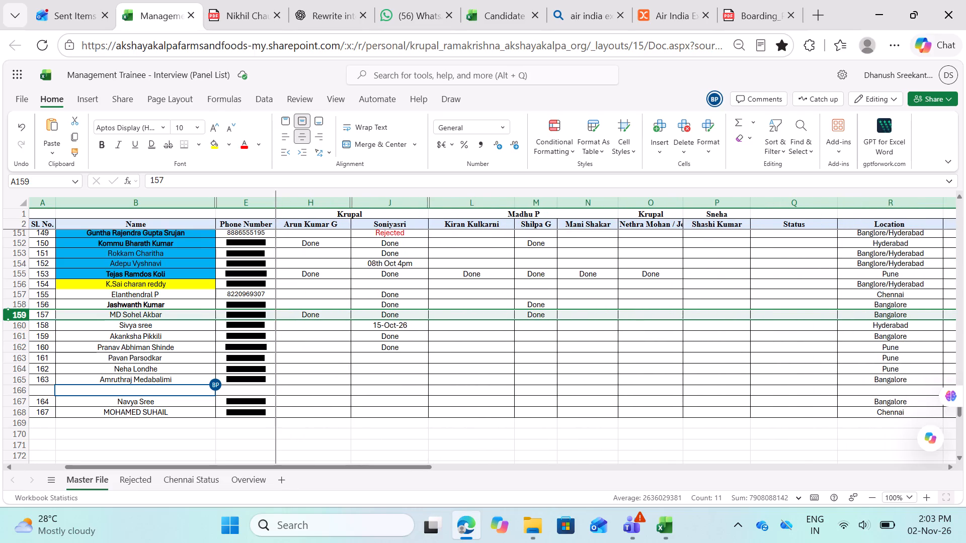
scroll(592, 337, "left", 4)
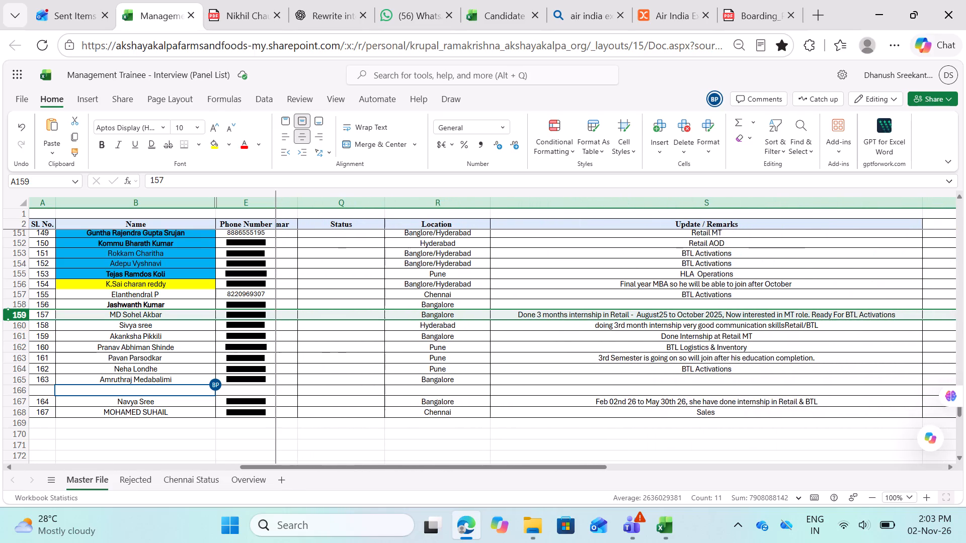
scroll(592, 337, "right", 4)
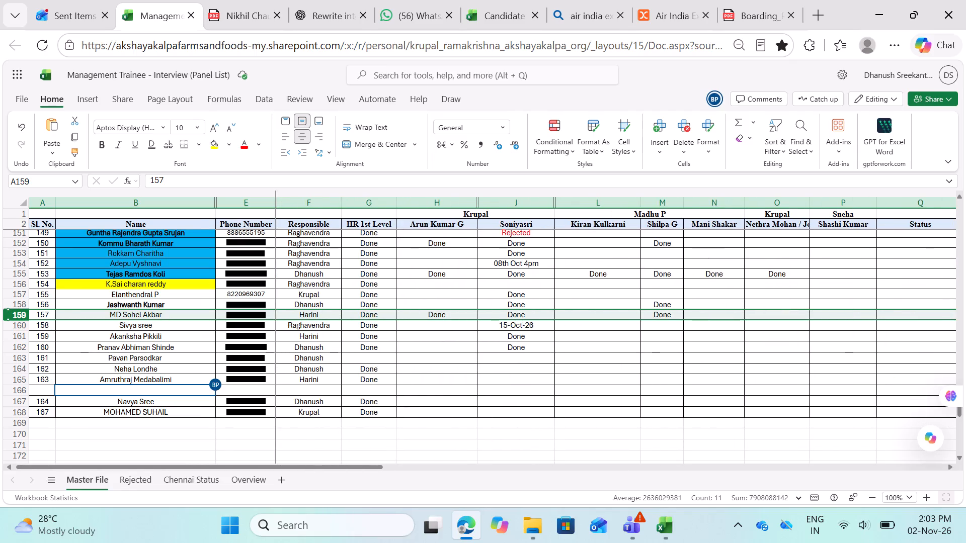
scroll(592, 337, "left", 1)
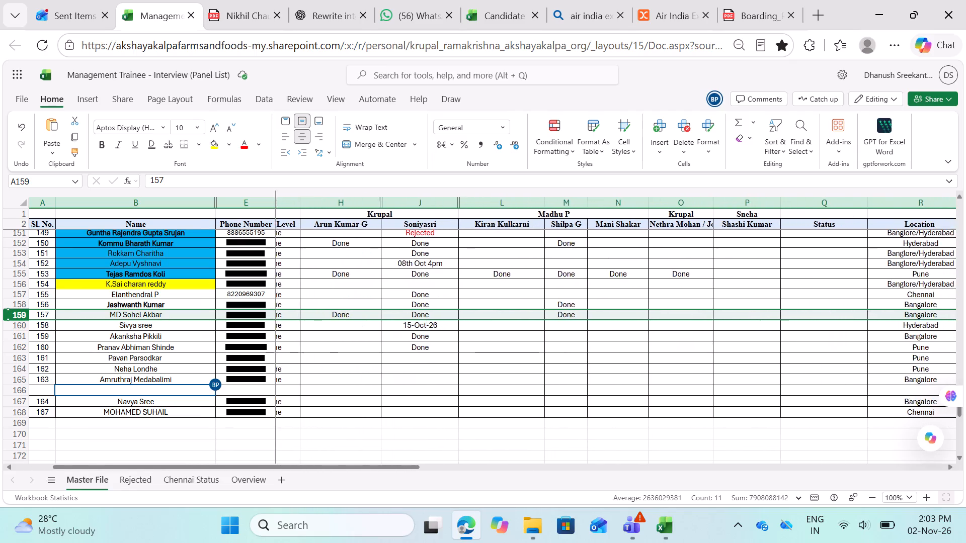
scroll(592, 337, "left", 1)
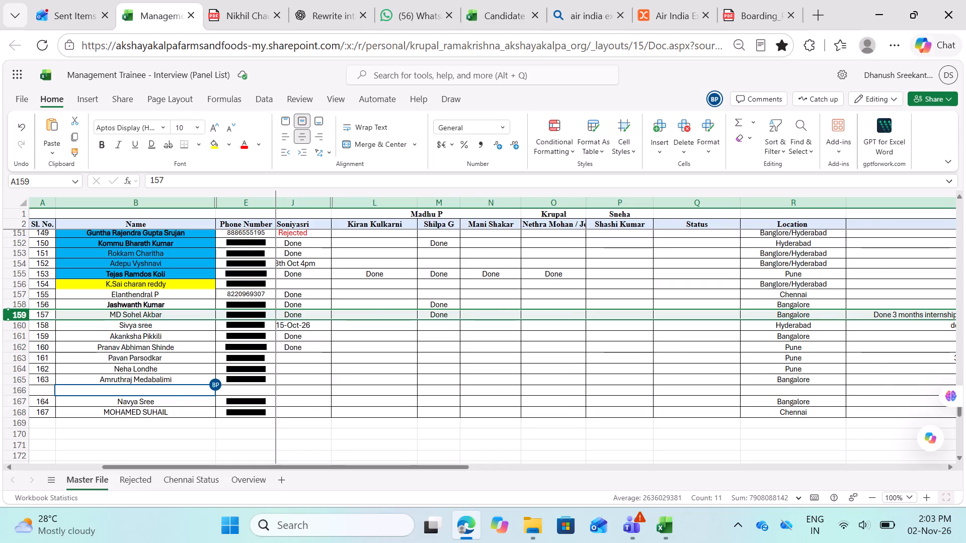
scroll(592, 337, "right", 5)
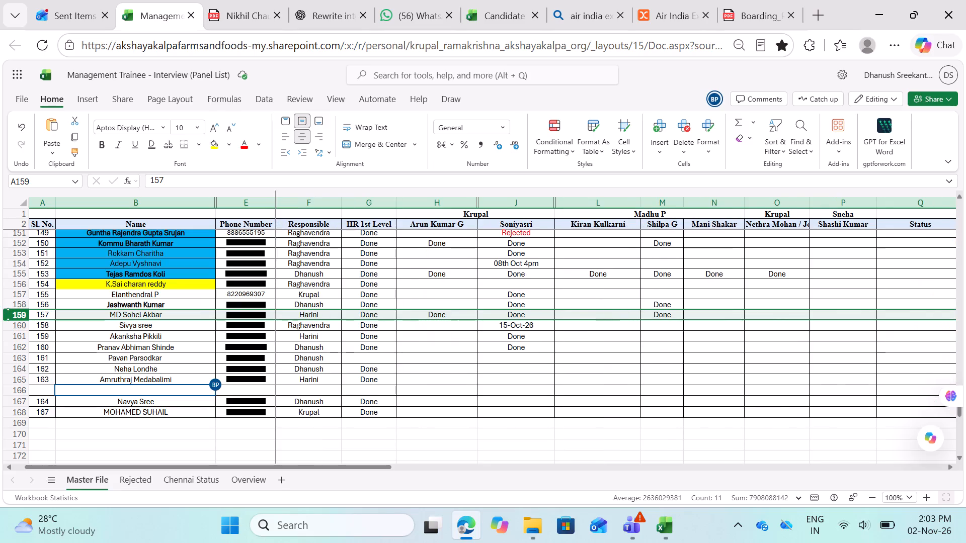
left_click(134, 316)
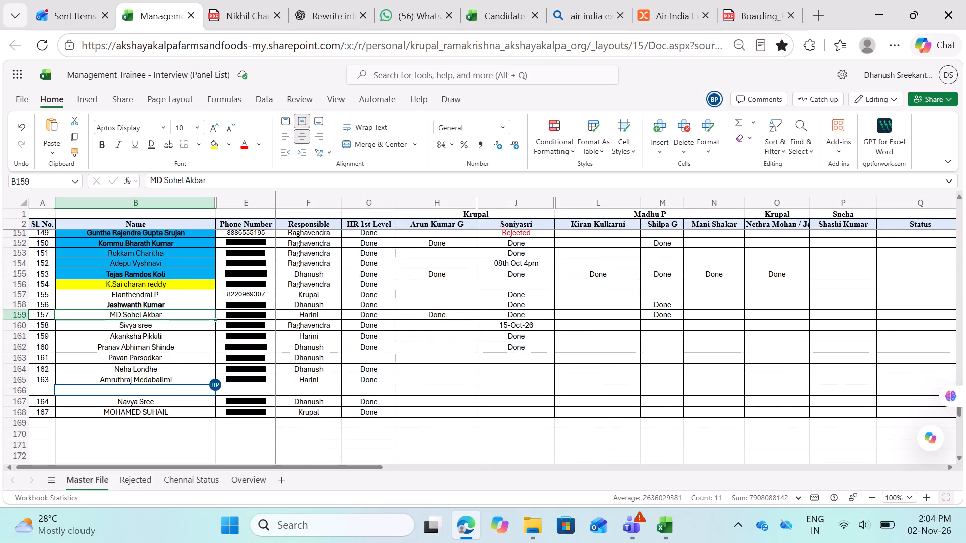
left_click(22, 314)
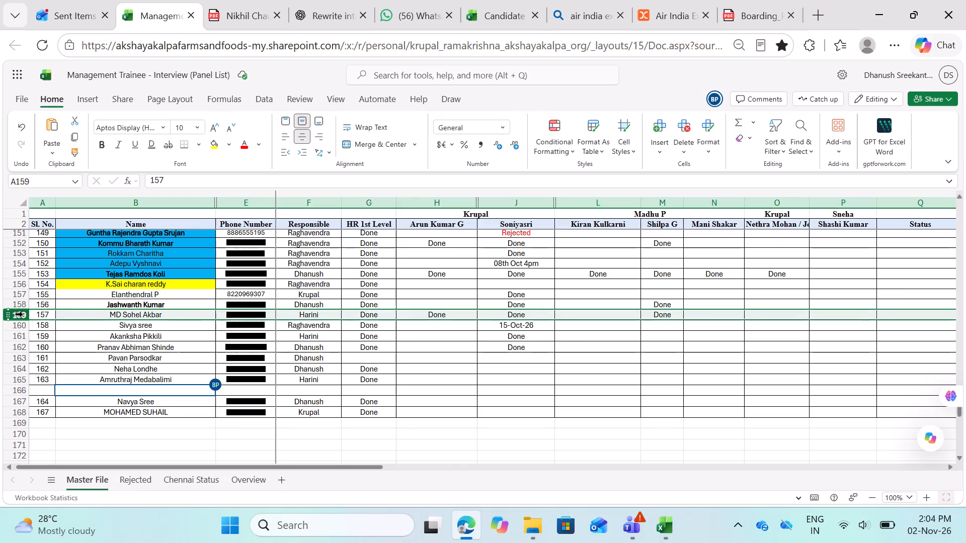